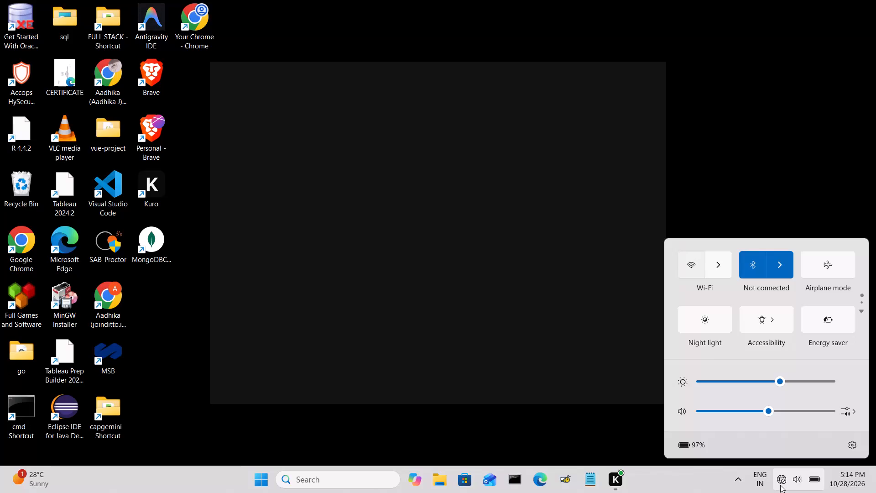
Turn on the computer's Wi-Fi from the list of available networks and dismiss the list.
left_click(717, 268)
left_click(846, 238)
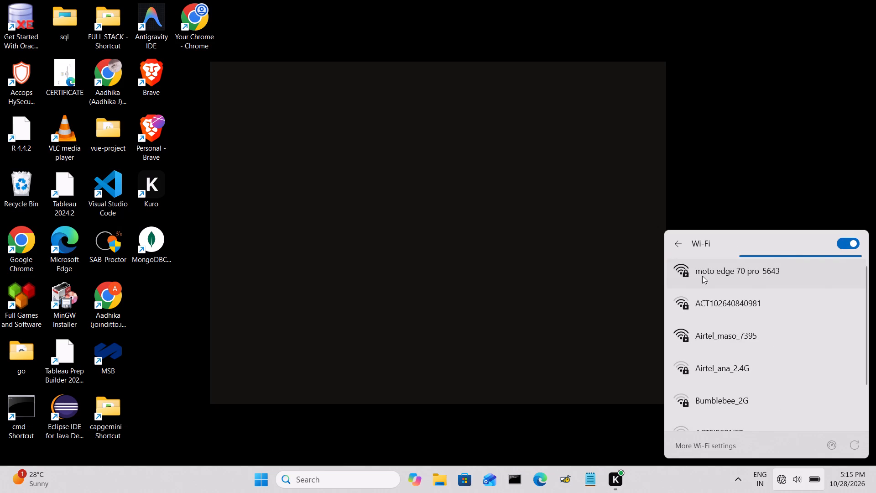
left_click(702, 276)
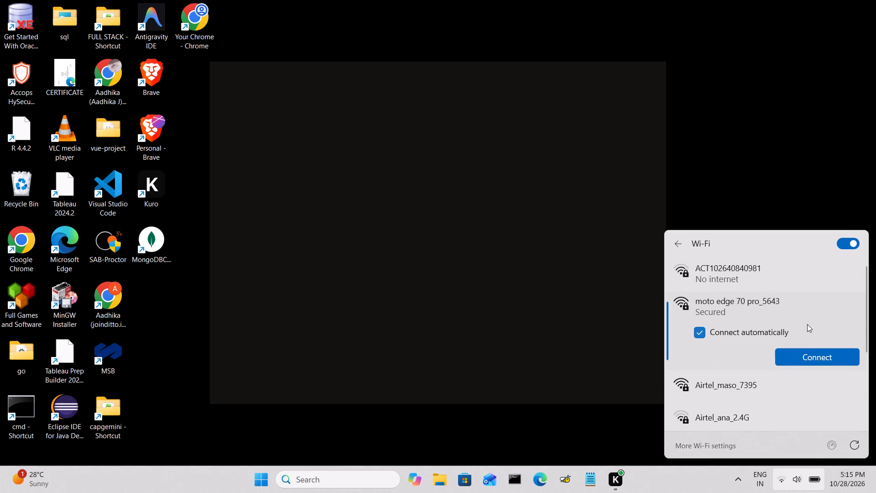
left_click(771, 182)
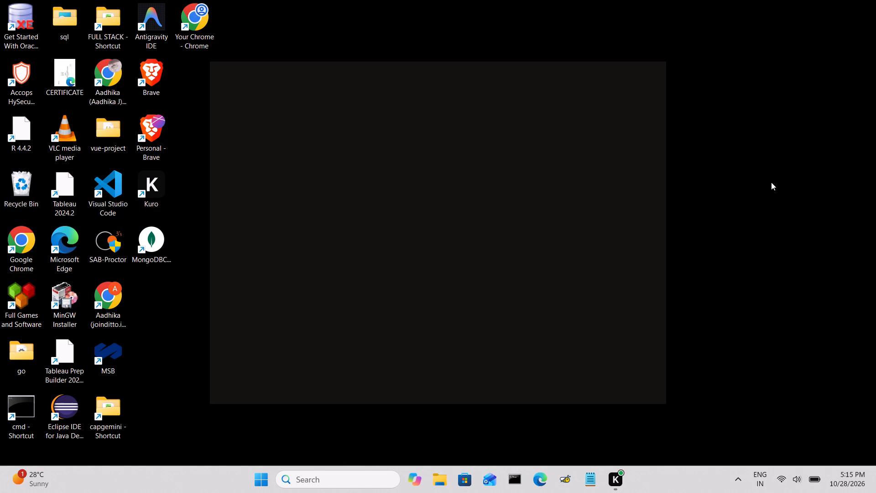
Open Google Chrome with the joinditto work profile from the desktop.
double_click(103, 304)
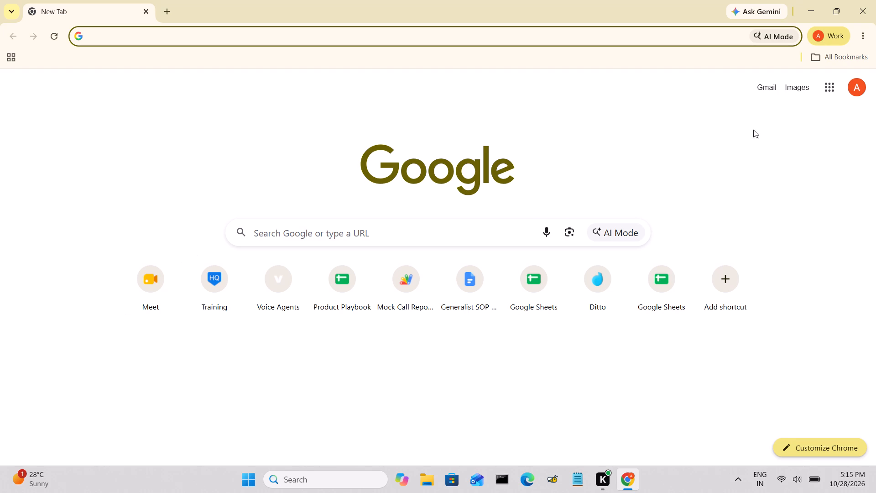
Open Darwinbox from the Google apps list.
left_click(827, 85)
scroll(805, 293, "down", 8)
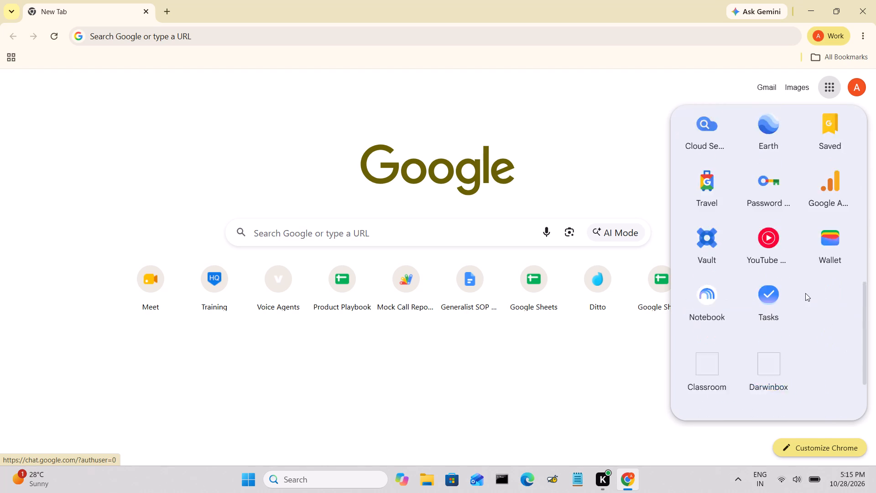
left_click(762, 317)
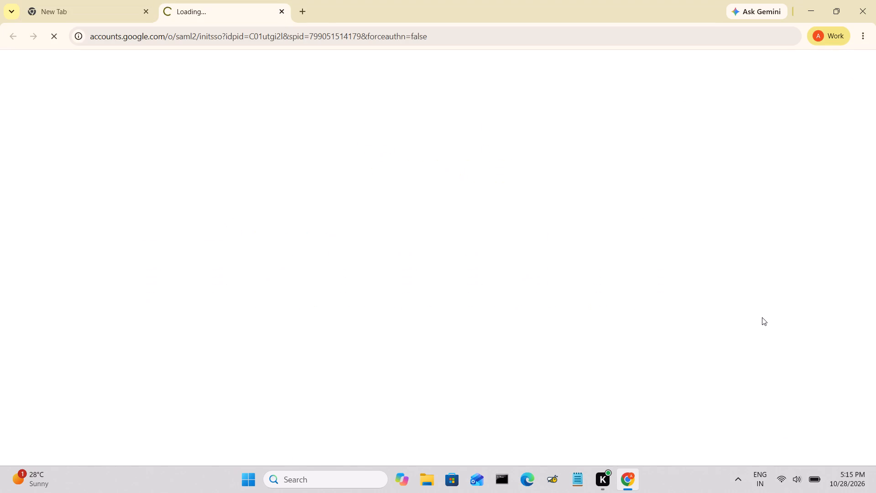
Open a new blank browser tab alongside the loading Darwinbox sign-in page.
key("ctrl+t")
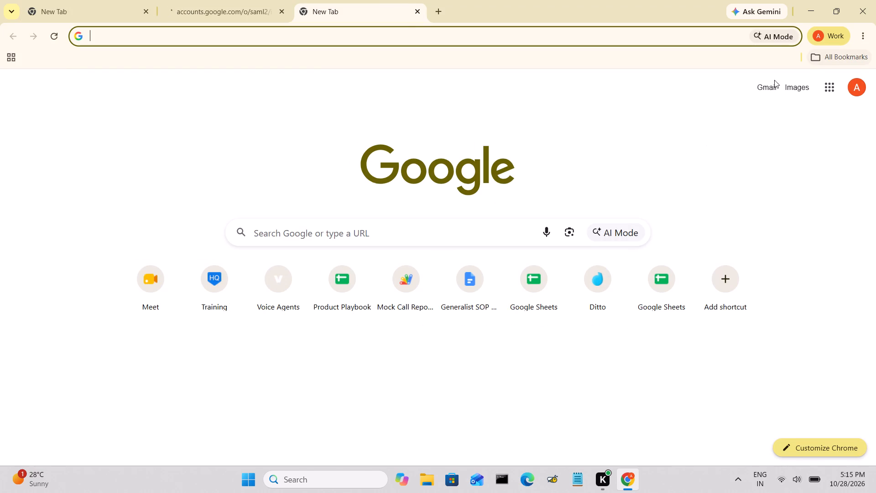
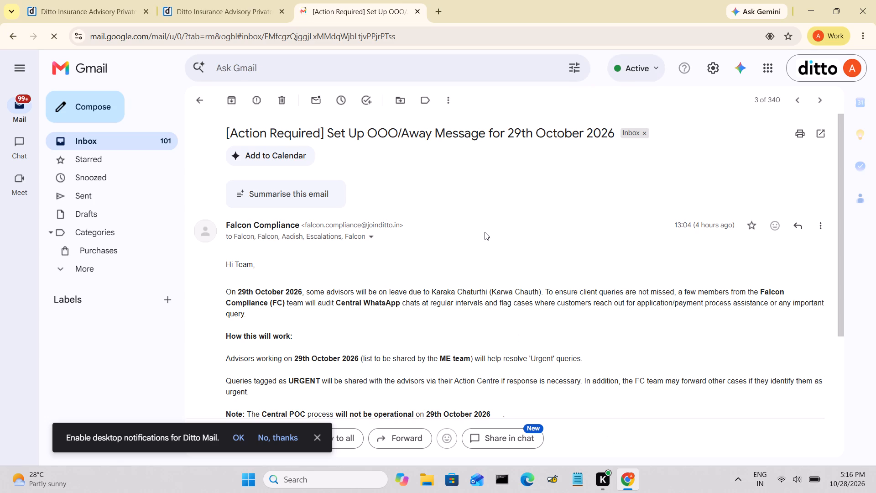
Switch from the email to the second Ditto tab, holding the Darwinbox Employee SIM Card Registration Form task.
left_click(220, 12)
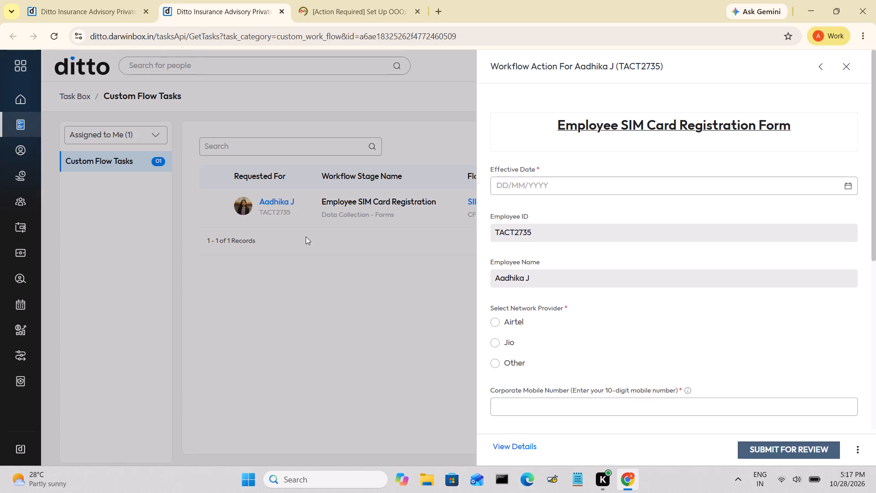
Set the effective date to 28/10/2026 and choose Airtel as the network provider in the Employee SIM Card Registration Form.
left_click(600, 188)
left_click(594, 356)
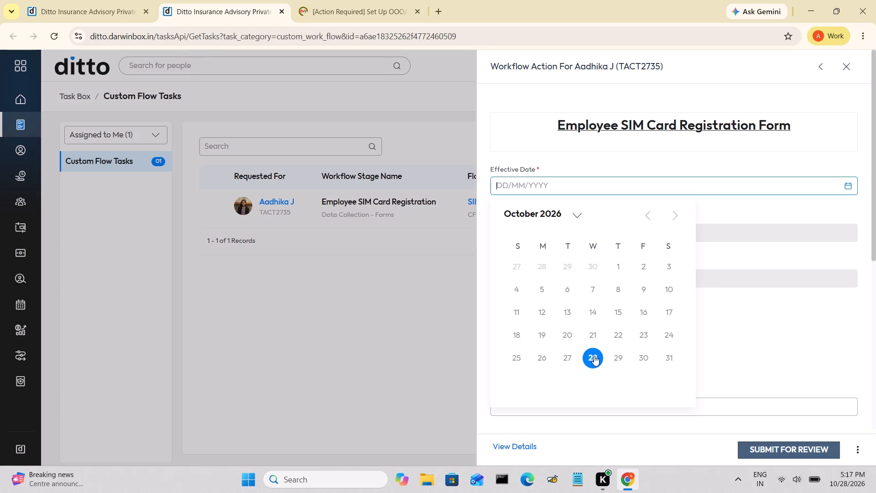
scroll(575, 308, "down", 1)
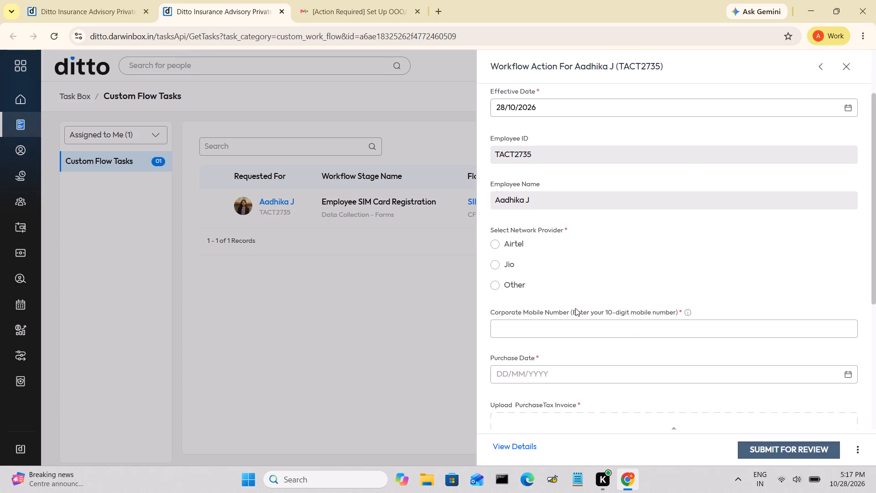
left_click(505, 247)
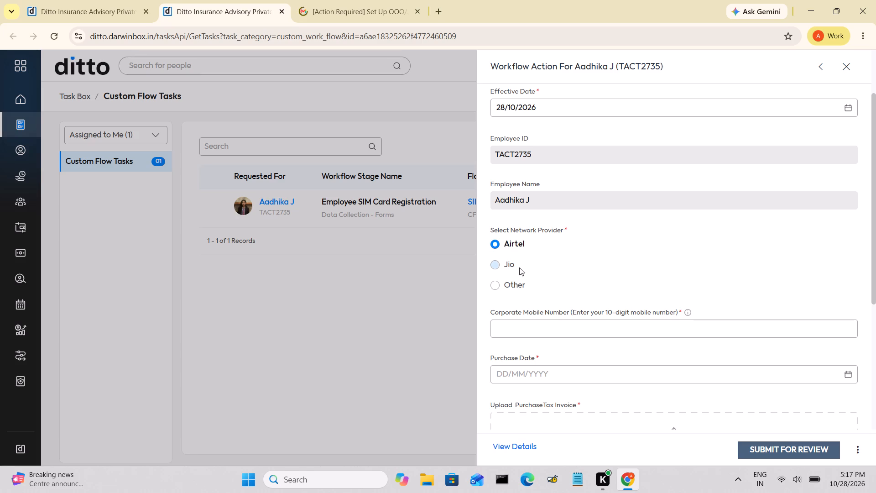
Start filling in the Corporate Mobile Number field of the SIM card registration form.
left_click(530, 335)
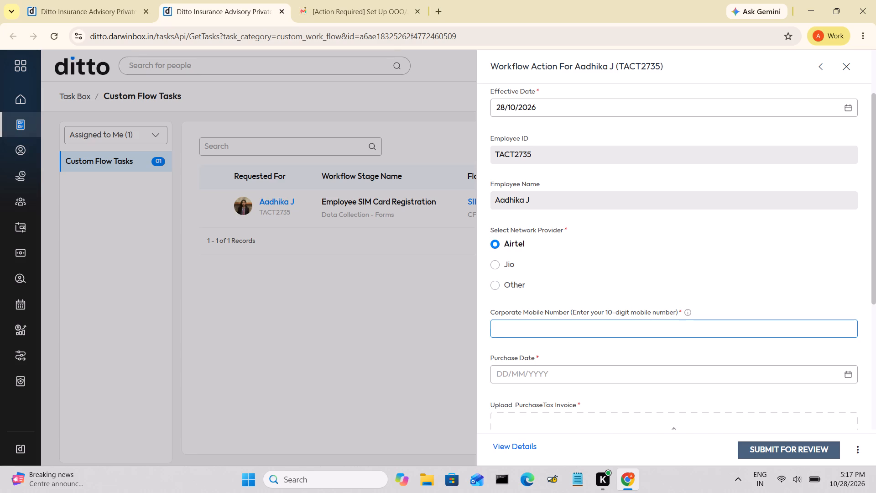
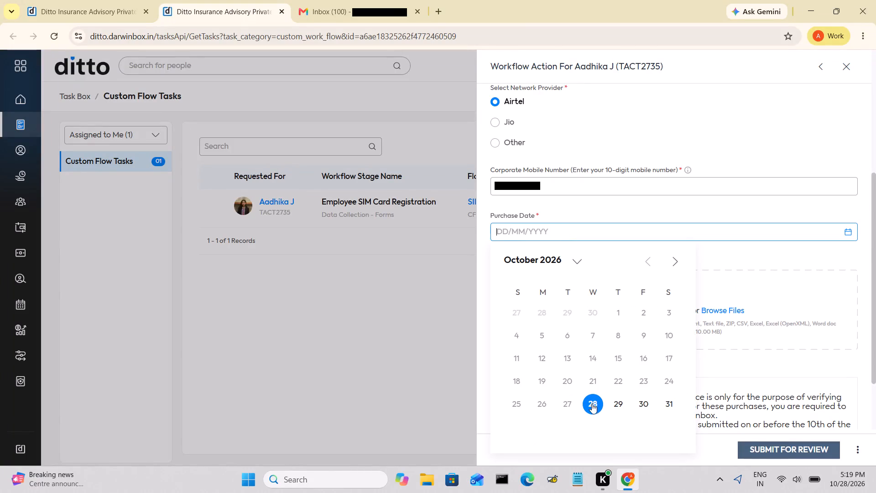
Set the purchase date to 28/10/2026 in the Employee SIM Card Registration Form and check the filled-in fields.
left_click(594, 404)
scroll(584, 308, "up", 2)
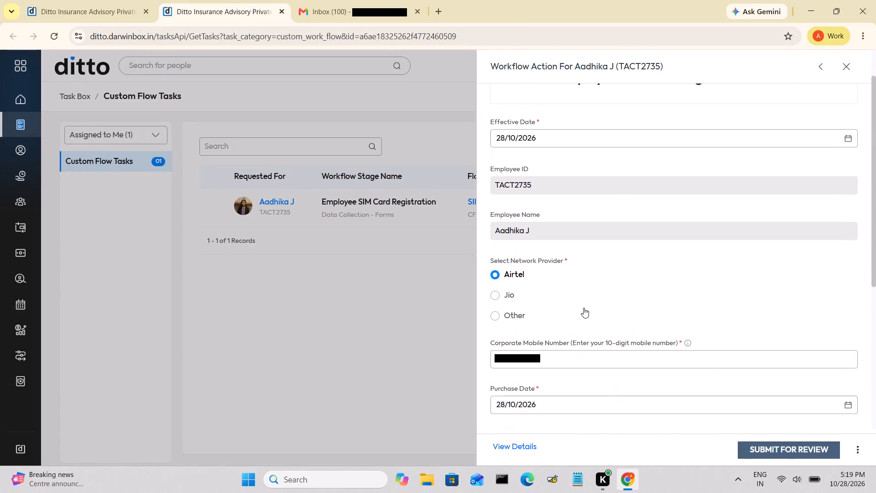
scroll(584, 308, "up", 3)
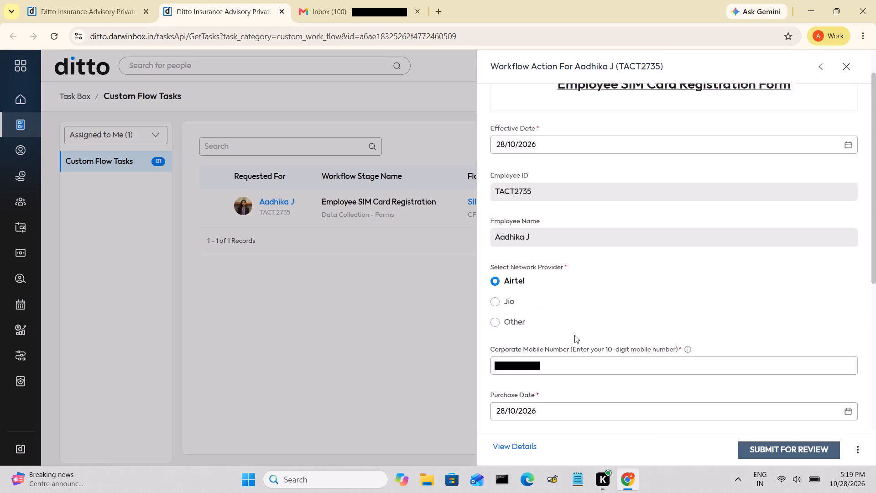
scroll(574, 335, "down", 3)
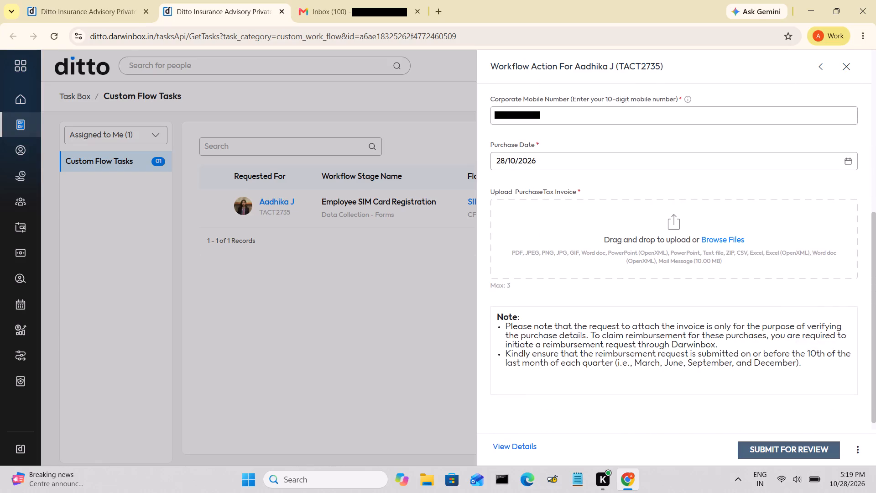
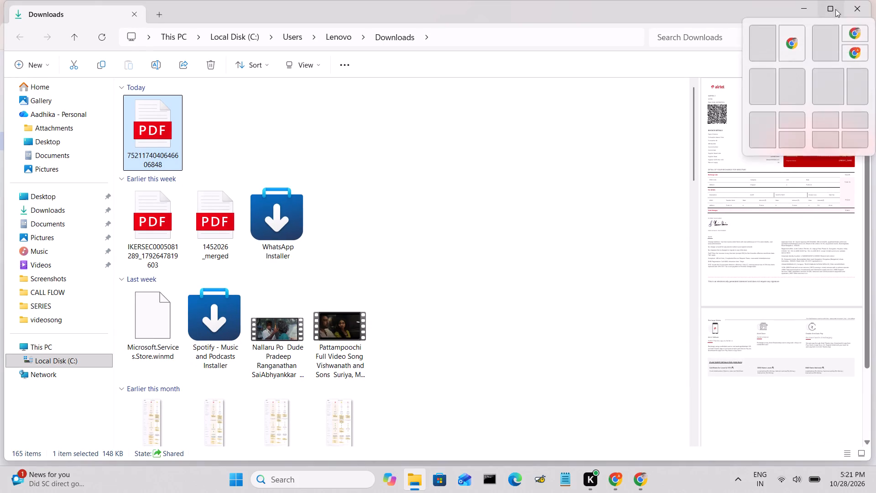
Shrink the Downloads window so only today's invoice PDF shows, and switch to the Chrome window with the Darwinbox SIM card registration form.
left_click_drag(871, 25, 483, 145)
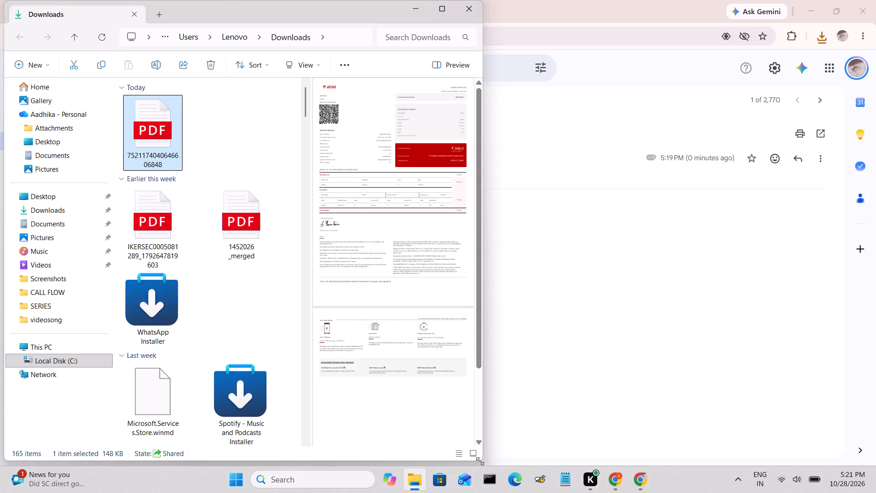
left_click_drag(480, 461, 228, 206)
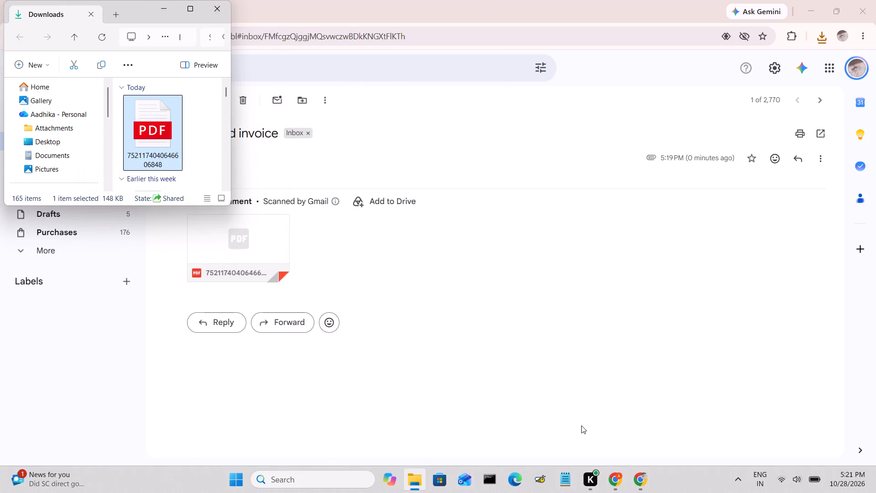
left_click(618, 479)
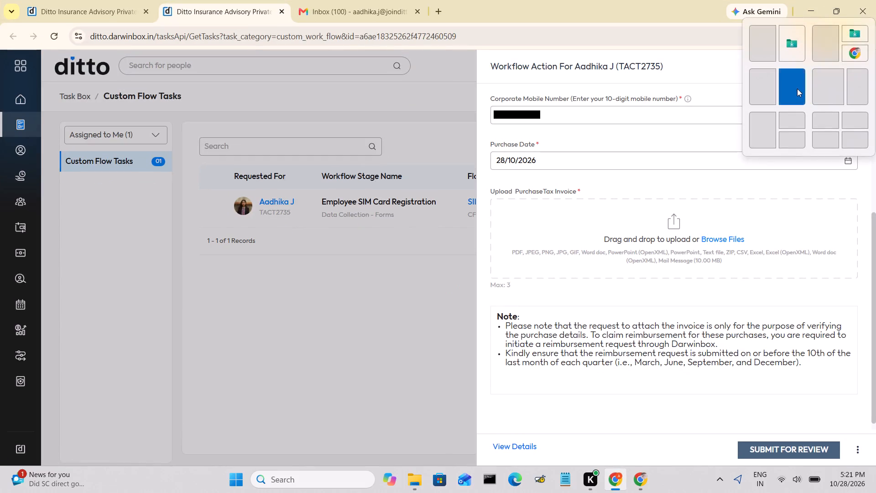
Arrange the form and the Downloads folder side by side, and attach today's Airtel invoice PDF as the purchase tax invoice.
left_click(797, 89)
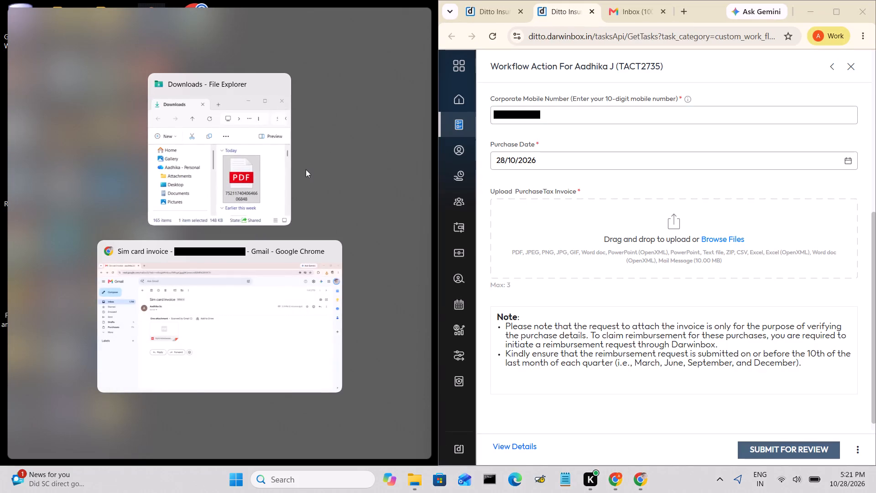
left_click(211, 188)
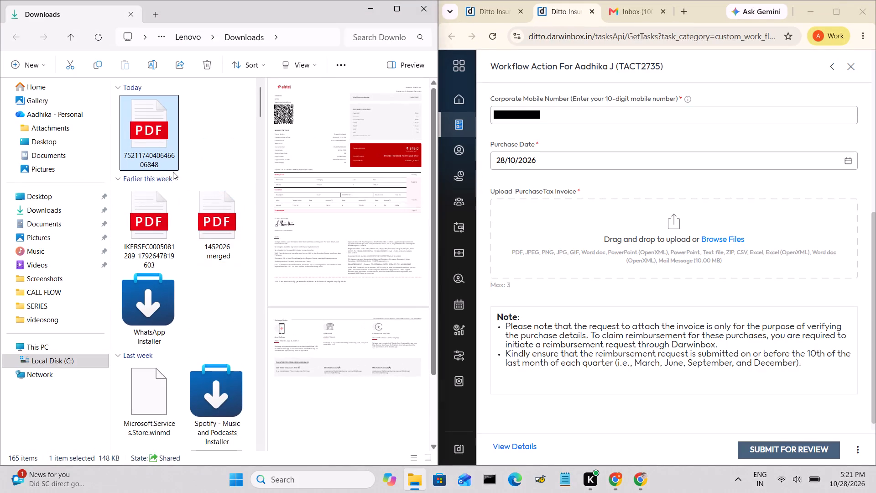
left_click_drag(144, 135, 699, 219)
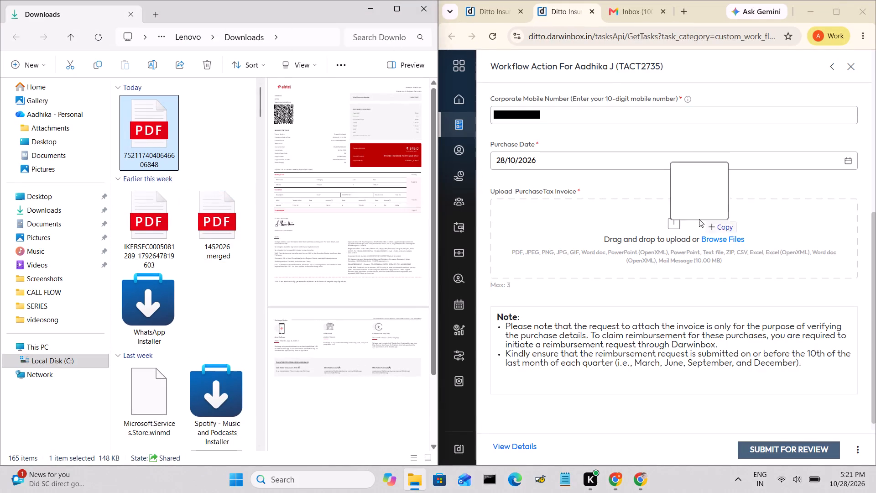
left_click_drag(699, 219, 663, 249)
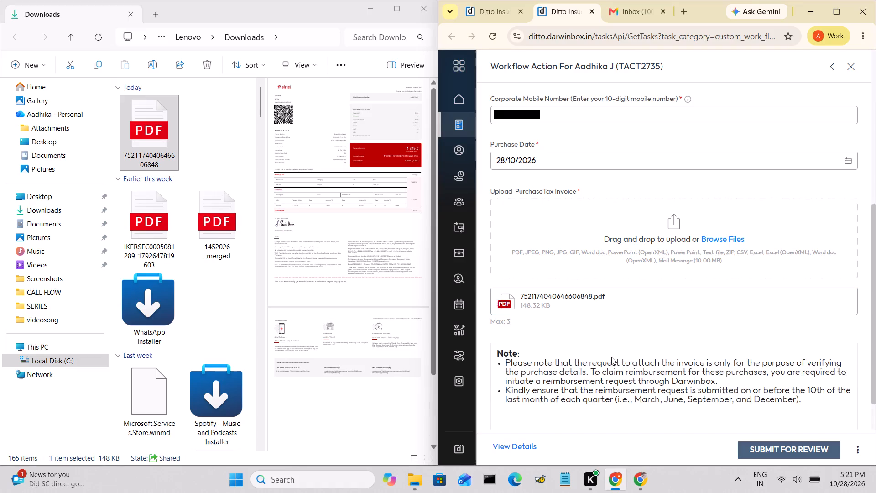
scroll(611, 357, "down", 3)
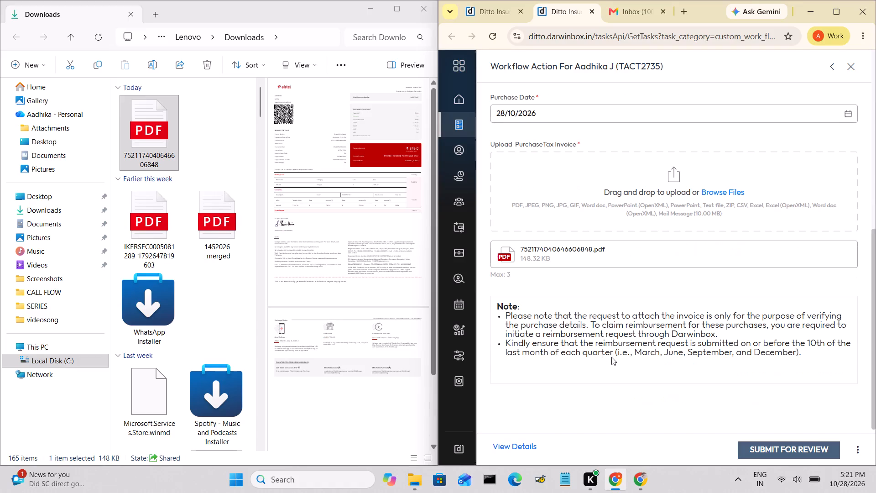
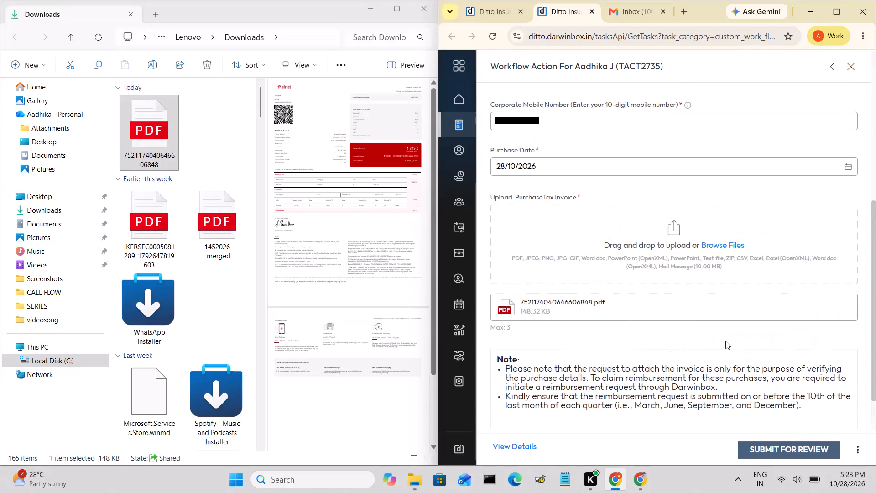
Check the filled-in entries of the Employee SIM Card Registration Form and submit it for review.
scroll(725, 341, "up", 5)
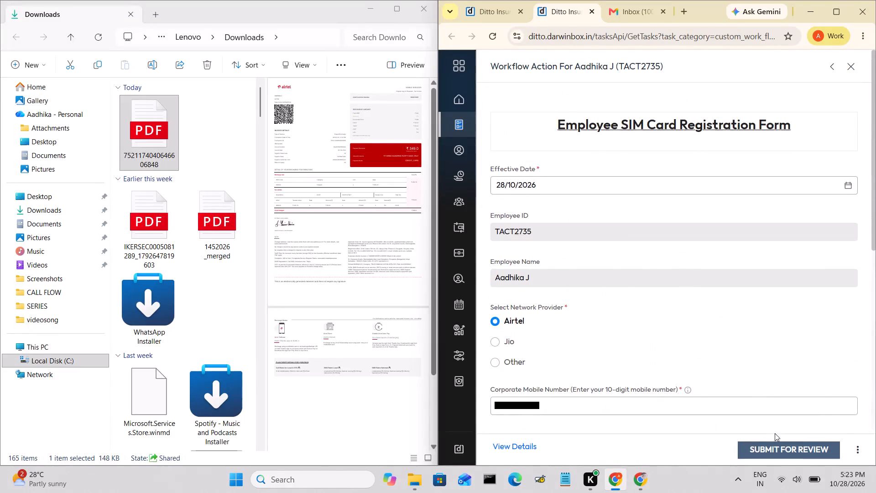
left_click(793, 451)
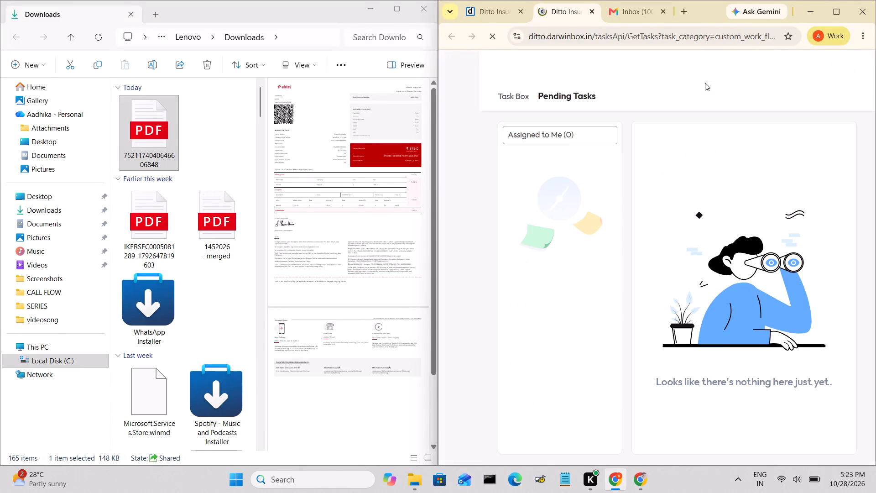
Maximize the browser window with the Darwinbox Pending Tasks page.
left_click(835, 13)
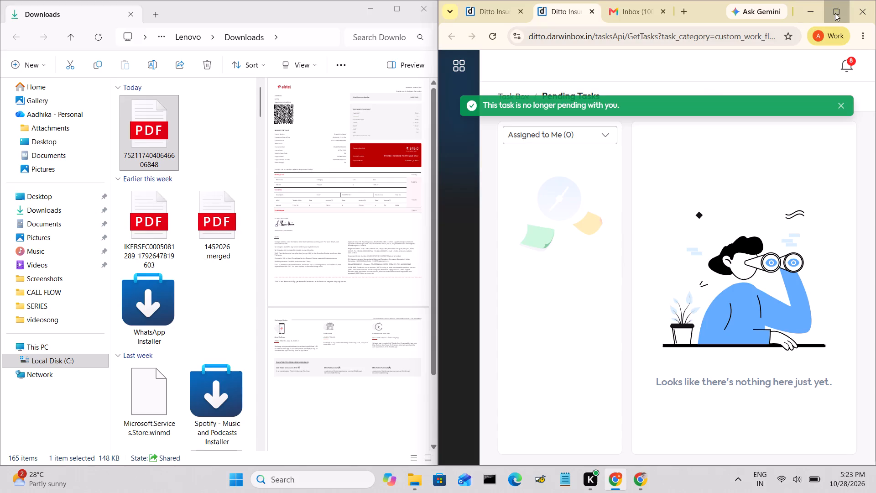
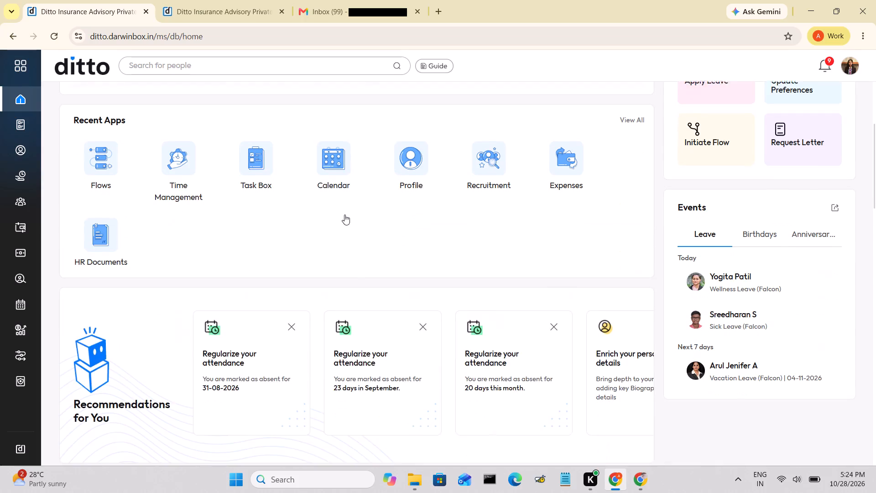
Open the Employee SIM Card Registration task from the tasks awaiting on the Darwinbox home page to check its status.
scroll(344, 215, "down", 1)
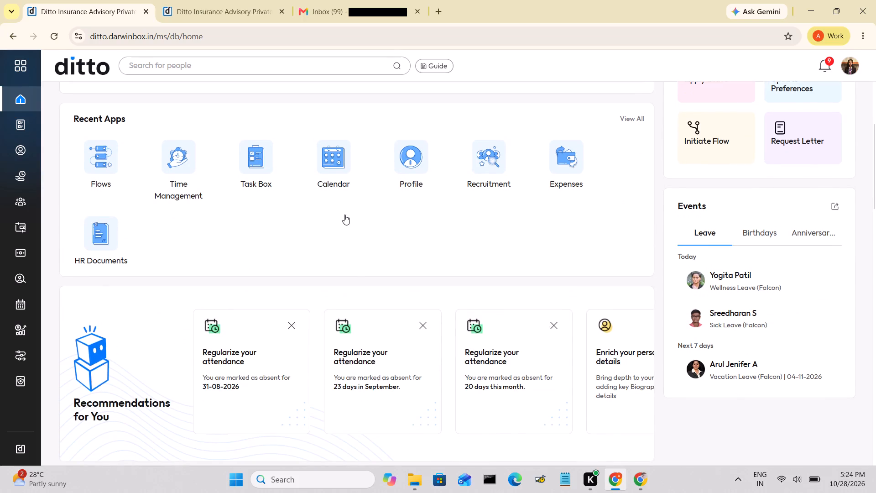
scroll(344, 215, "down", 4)
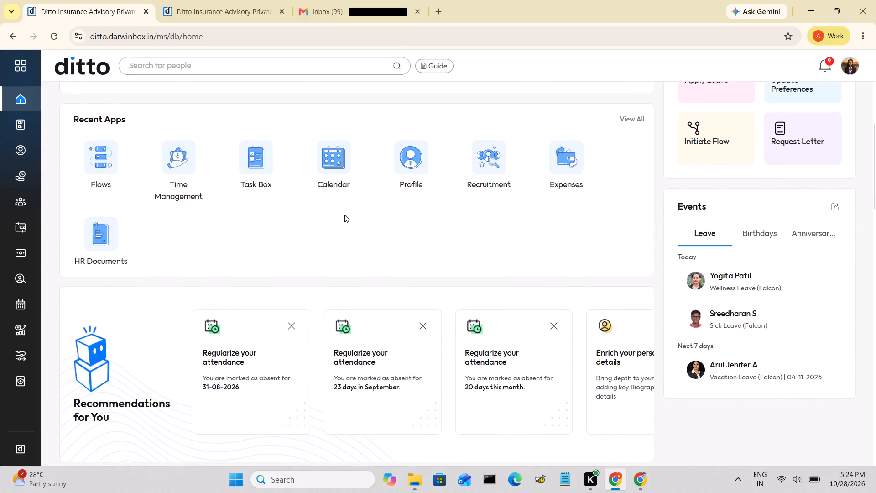
scroll(344, 215, "up", 3)
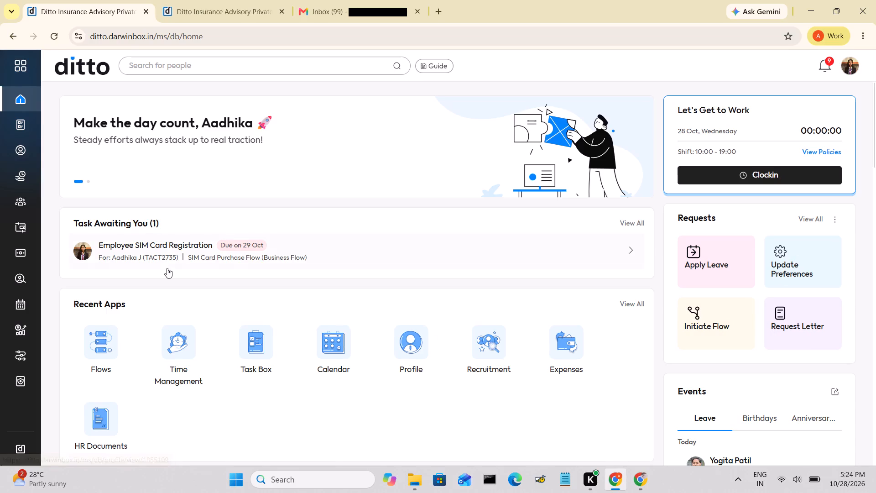
left_click(172, 249)
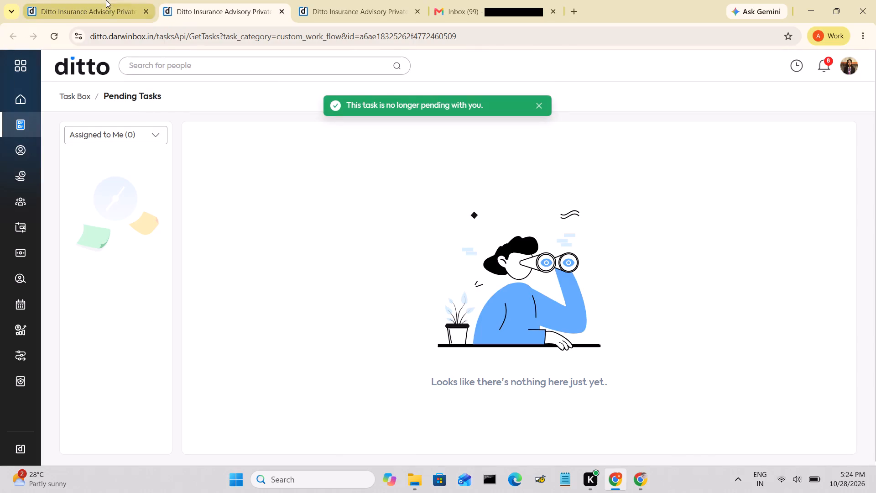
View all awaiting tasks from the home page and check the Pending Tasks list across the open Darwinbox pages.
left_click(100, 11)
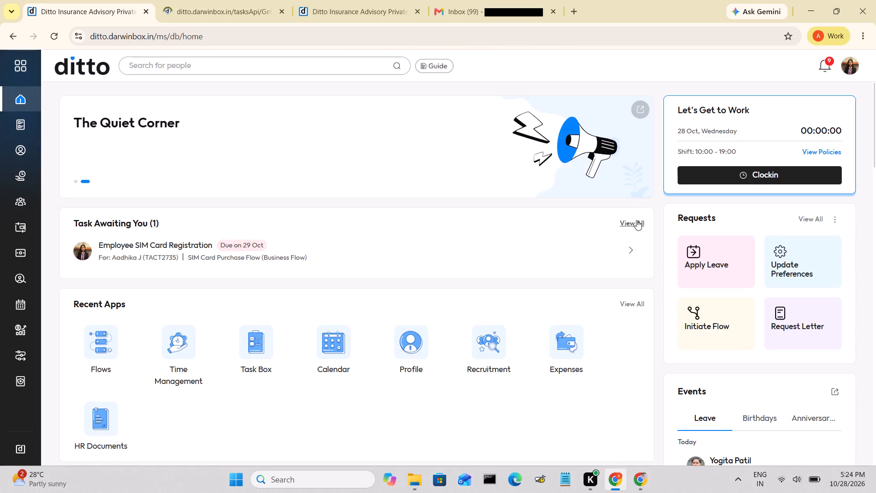
left_click(635, 222)
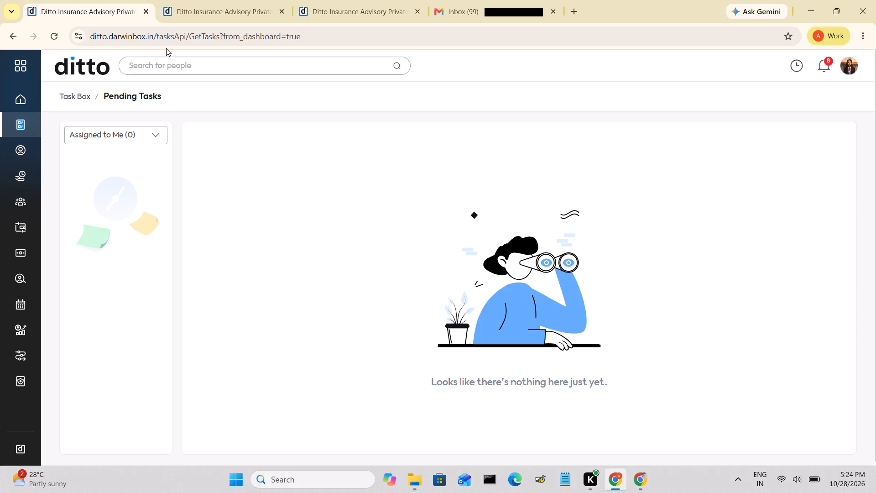
left_click(210, 11)
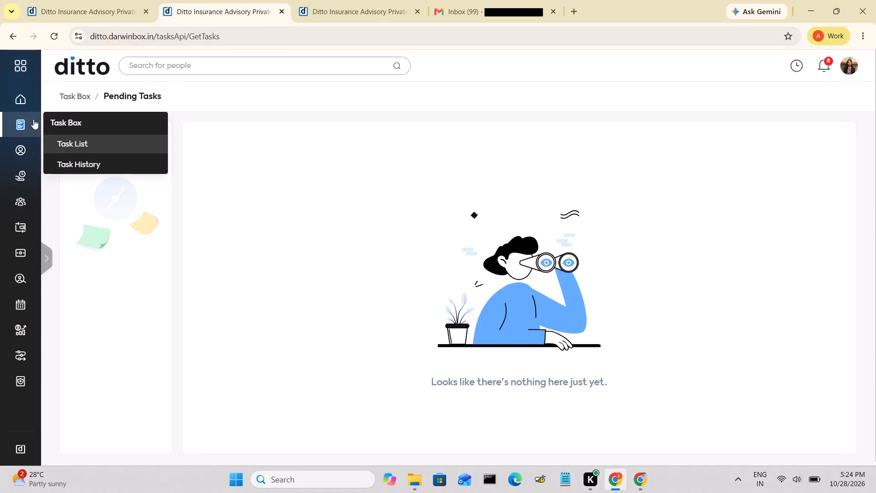
left_click(94, 14)
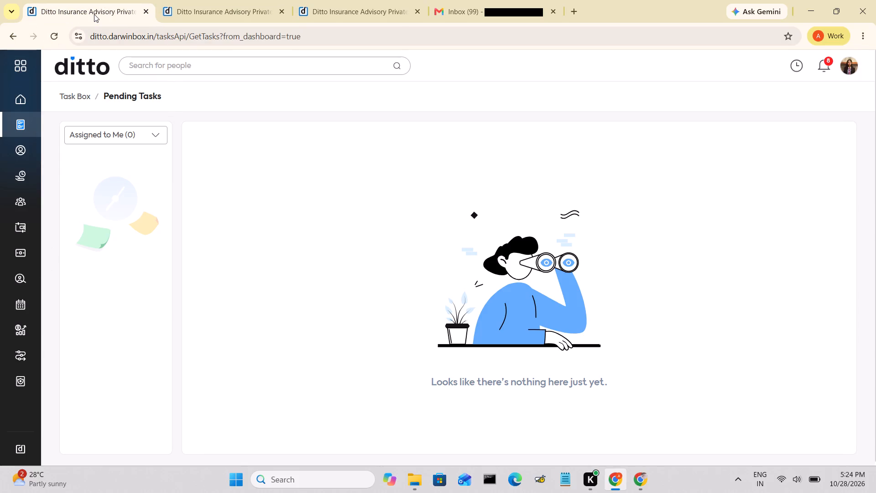
left_click(232, 1)
left_click(328, 5)
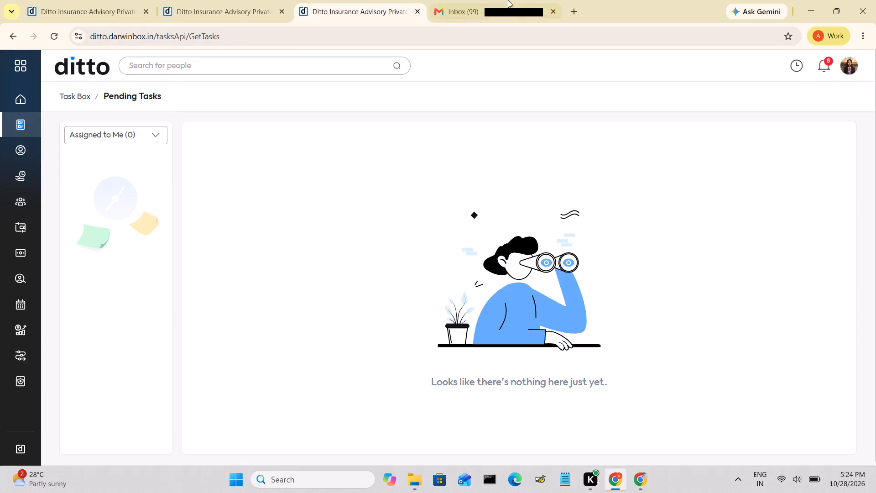
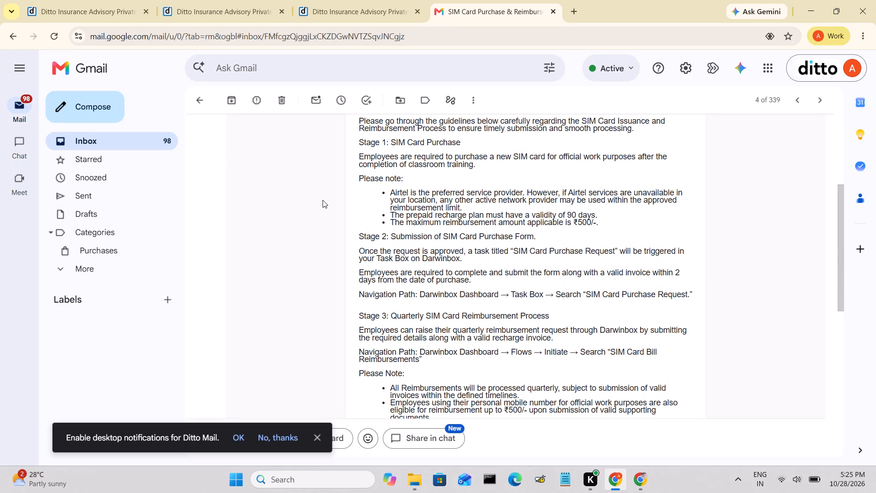
scroll(323, 200, "down", 1)
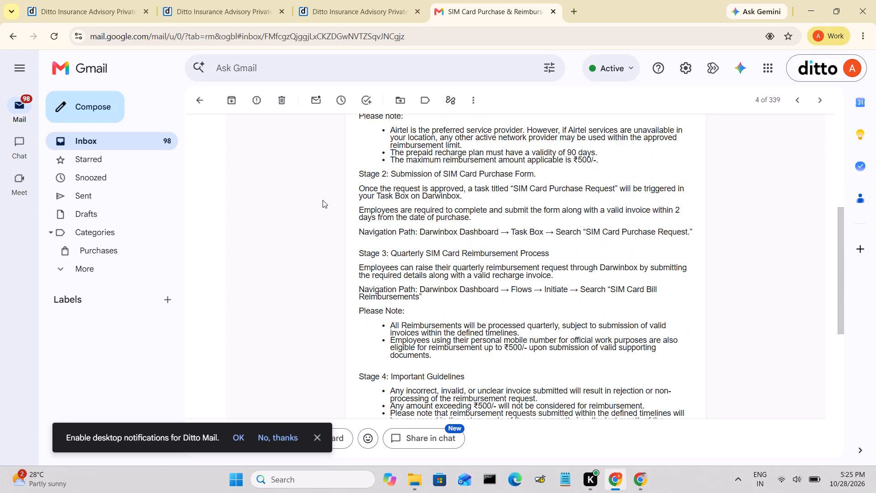
scroll(323, 200, "down", 1)
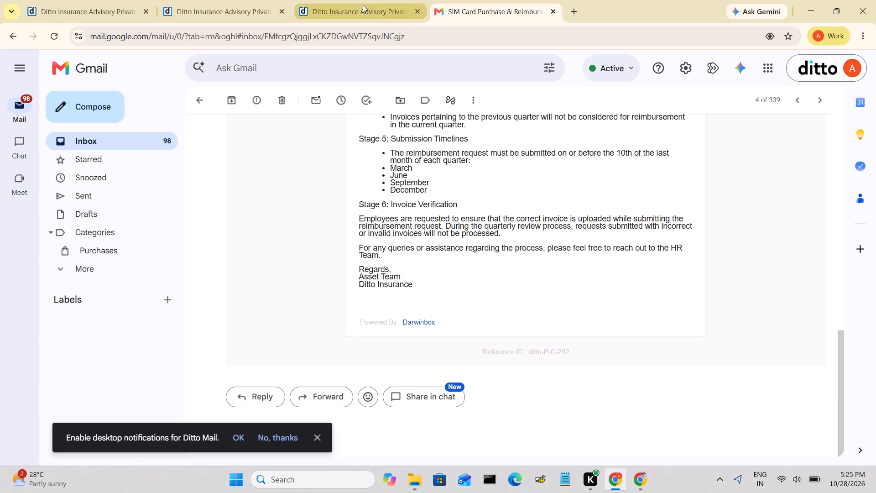
Check the Darwinbox pending tasks, and look through the home page down to the Vibe Updates posts.
left_click(348, 0)
left_click(199, 9)
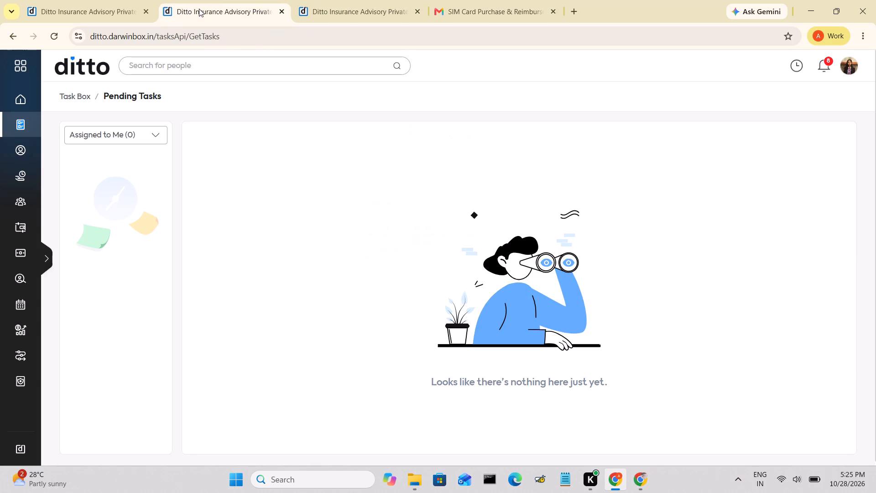
left_click(93, 4)
left_click(15, 97)
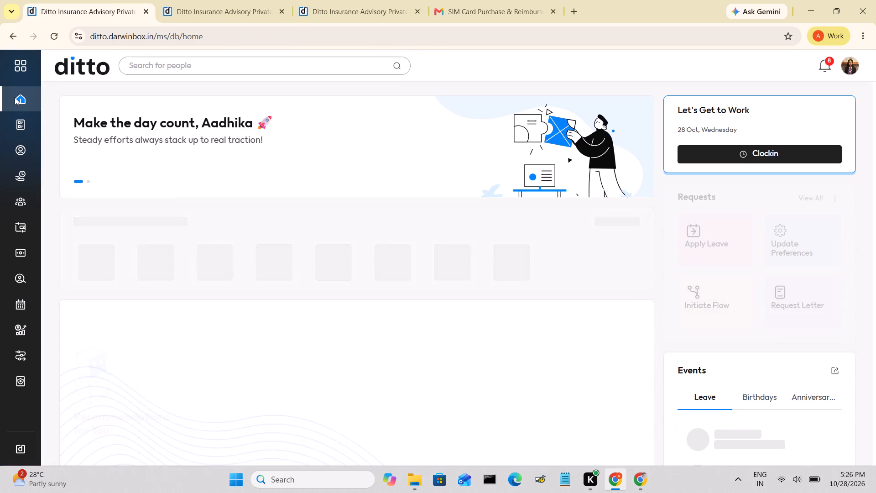
scroll(15, 97, "down", 2)
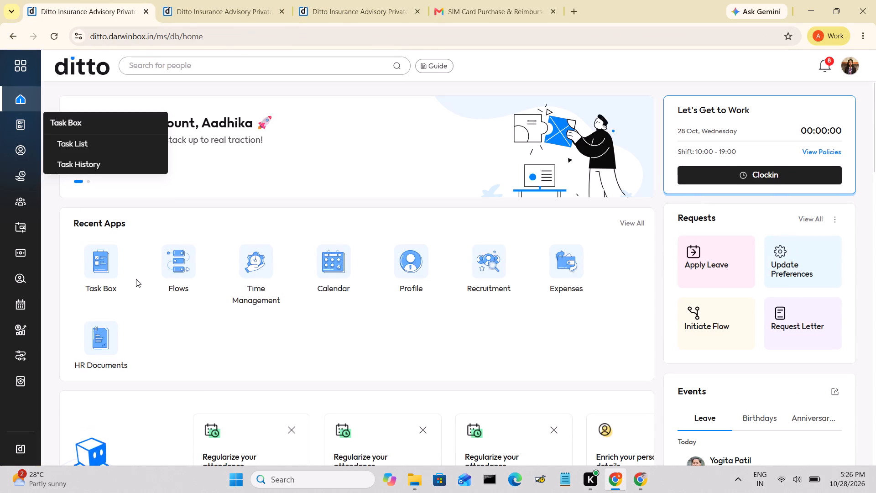
scroll(136, 279, "down", 5)
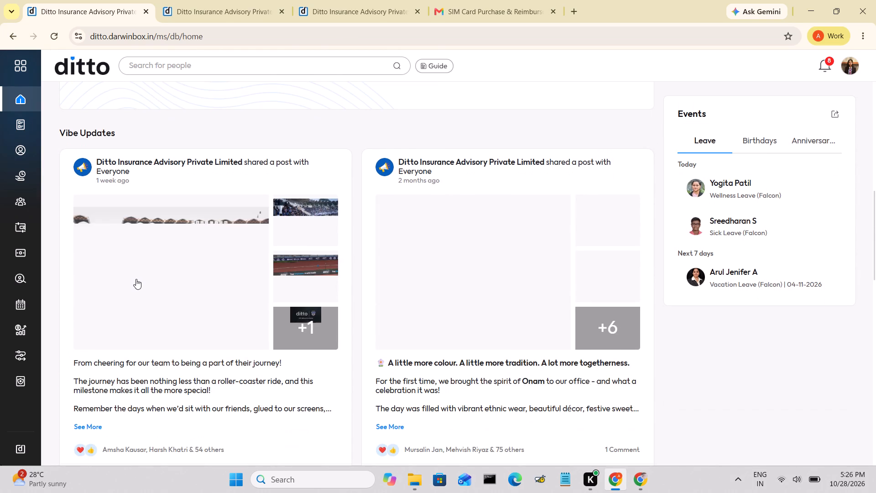
scroll(136, 279, "right", 1)
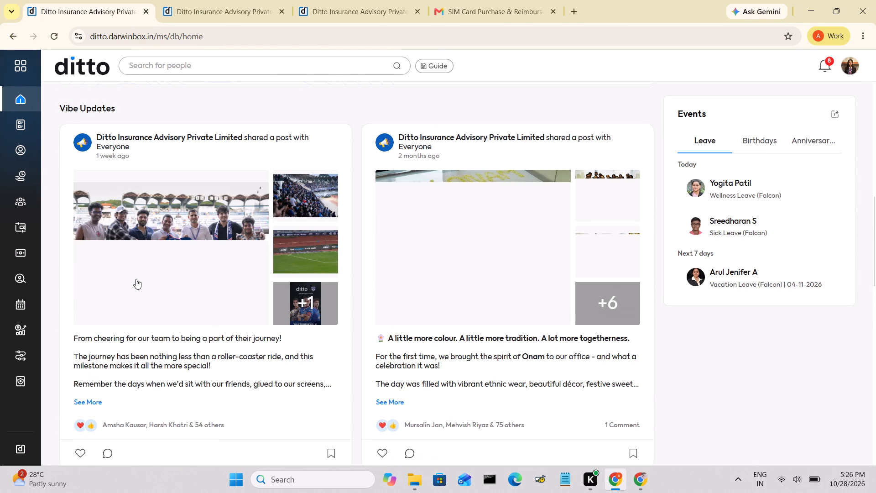
scroll(136, 279, "down", 3)
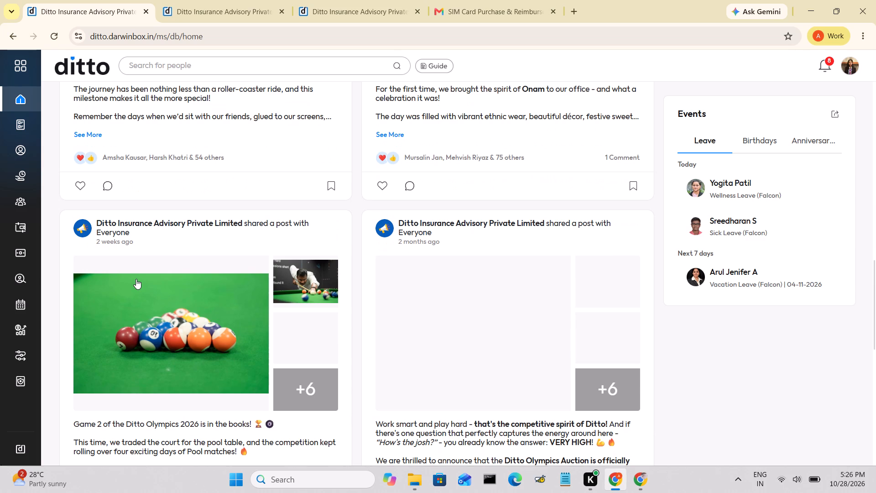
scroll(136, 279, "down", 3)
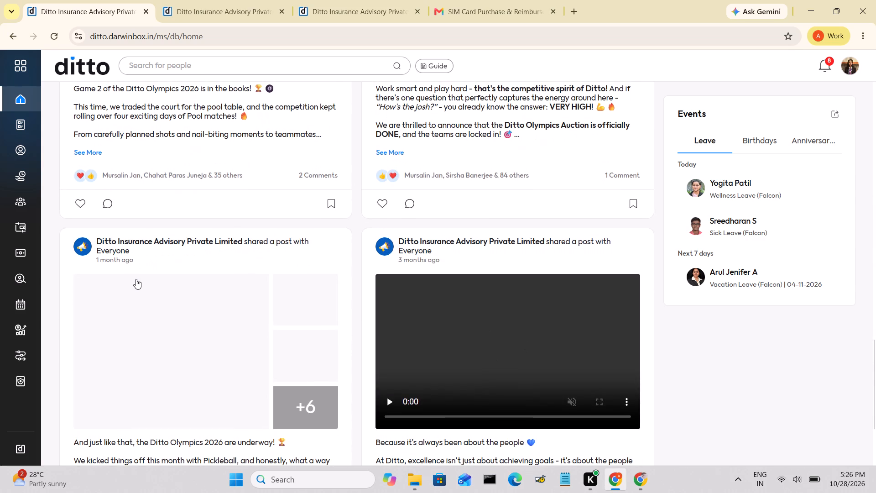
Close the three Darwinbox browser tabs and keep the SIM card purchase and reimbursement email open.
scroll(136, 279, "down", 4)
scroll(136, 279, "up", 10)
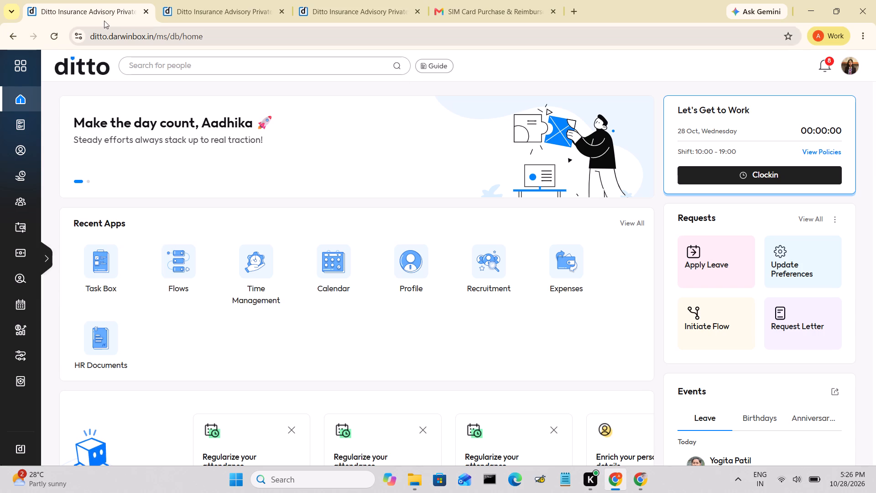
left_click(141, 11)
left_click(141, 11)
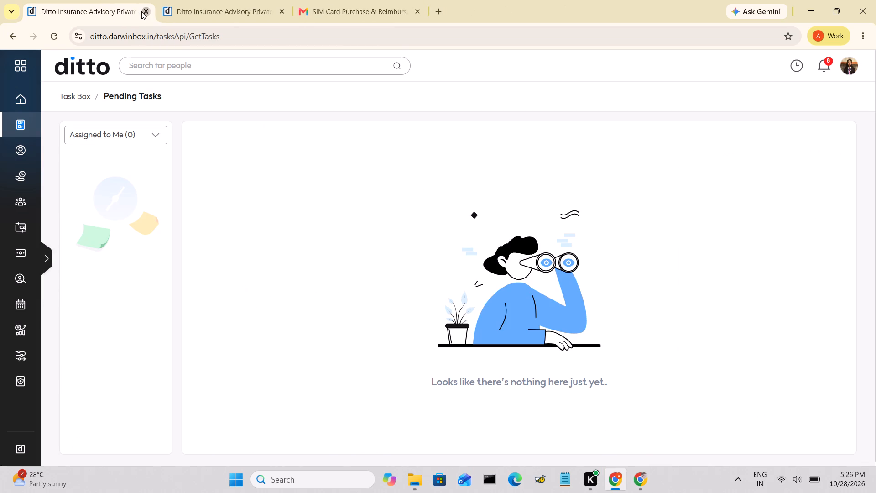
left_click(141, 11)
left_click(141, 11)
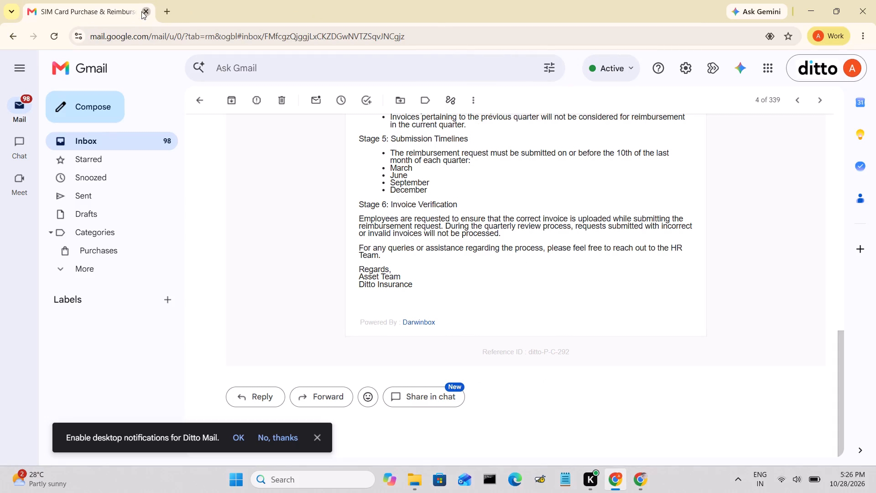